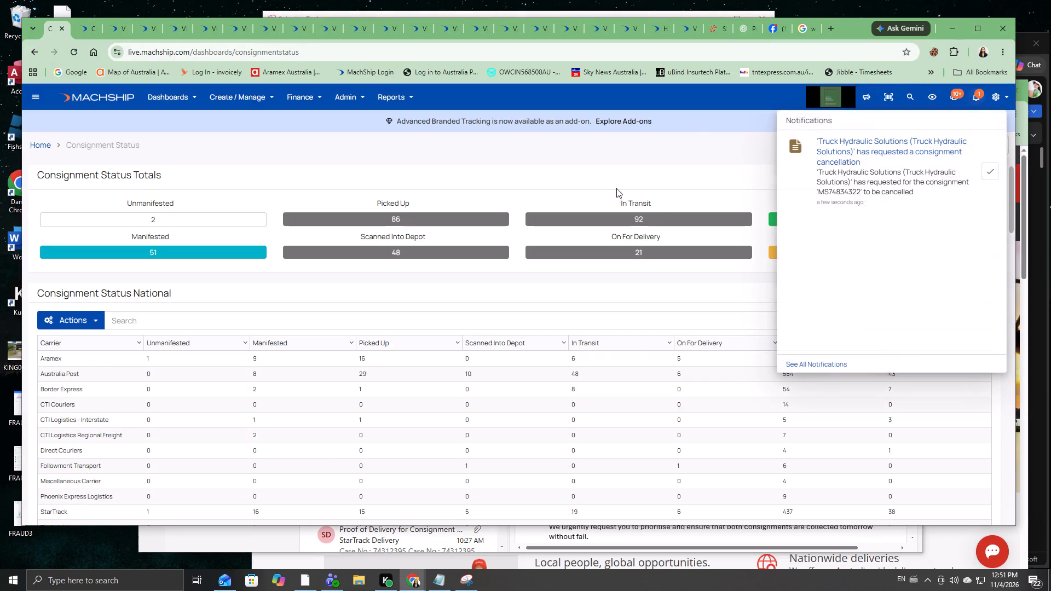
click(891, 166)
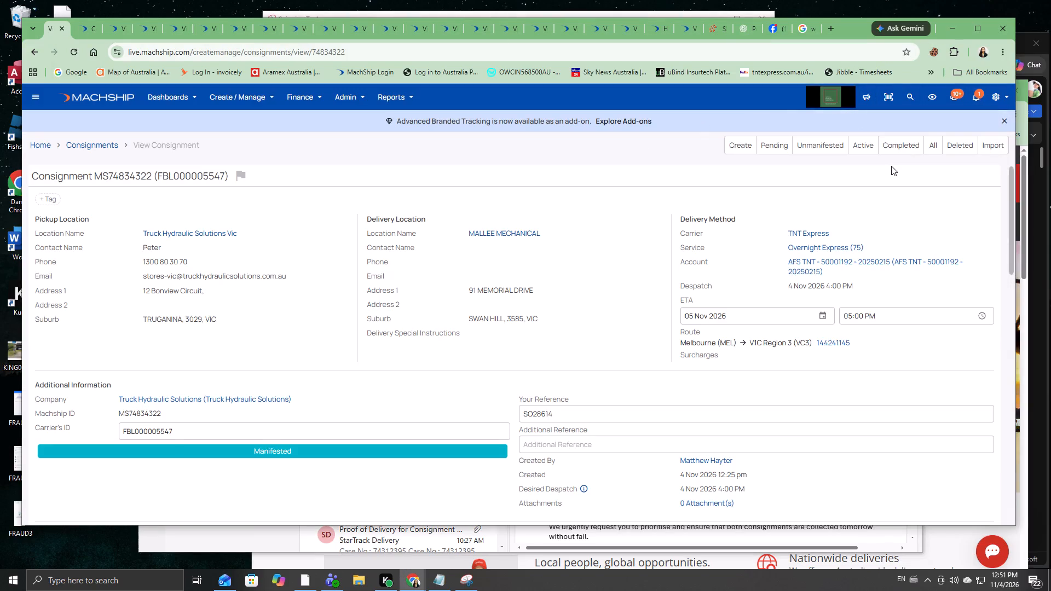
scroll(168, 245, down, 20)
scroll(168, 245, down, 7)
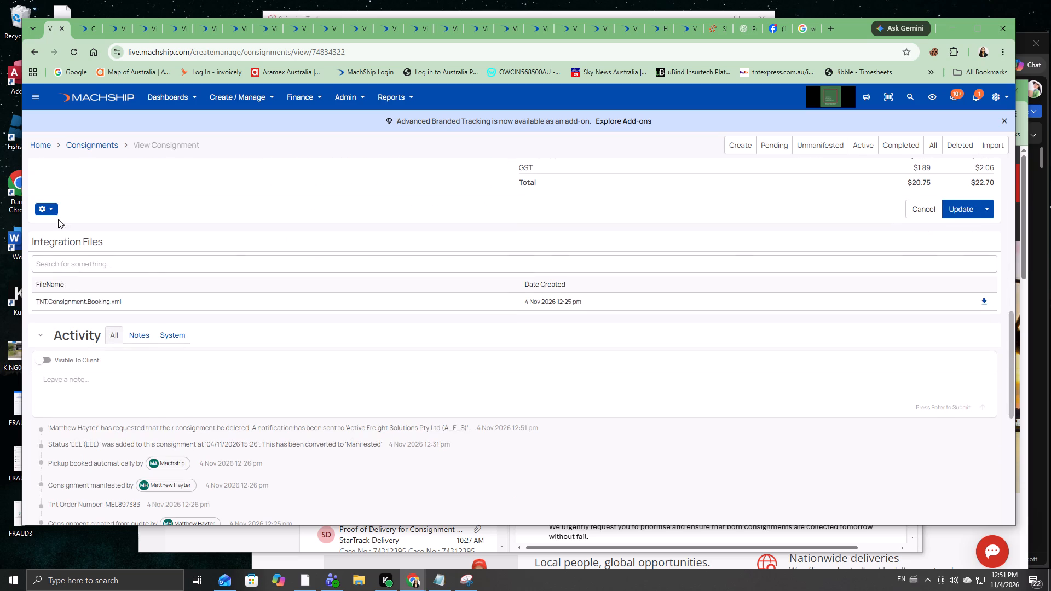
click(50, 206)
click(93, 452)
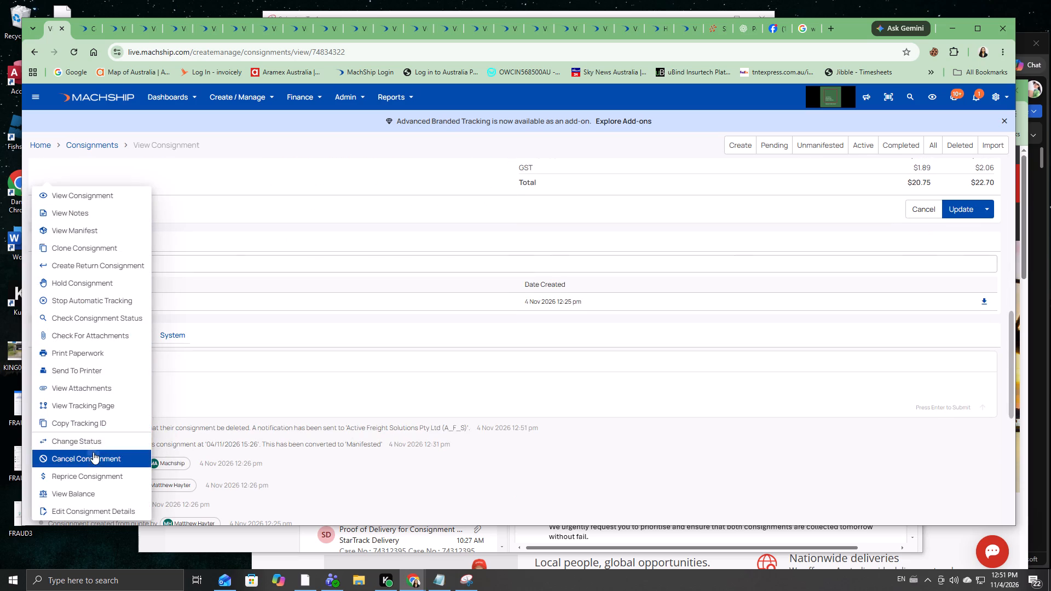
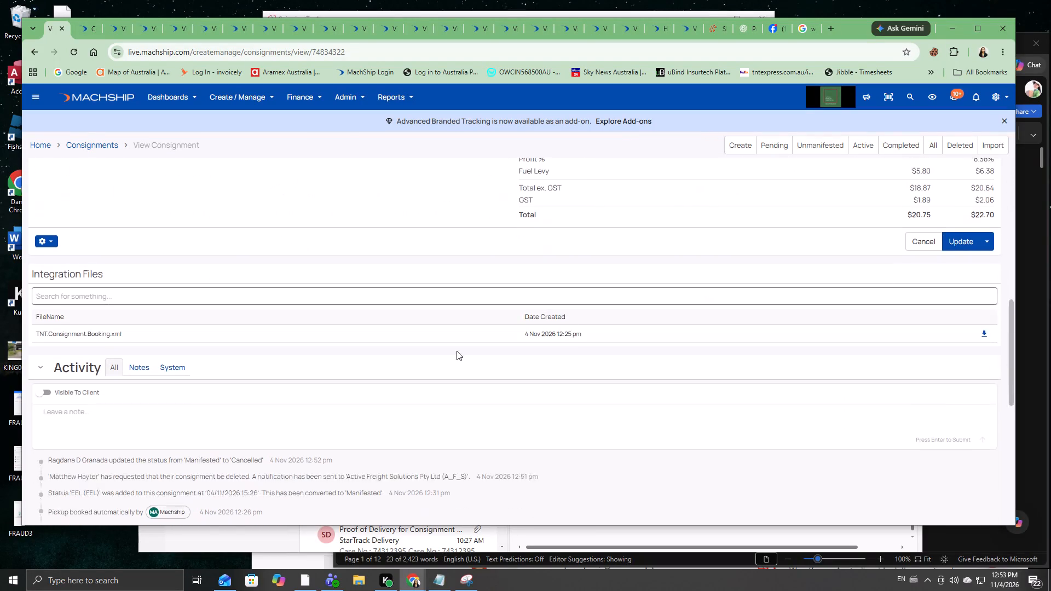
Review the cancelled consignment's integration files and activity history, including the cancellation and pickup booking entries.
scroll(397, 389, down, 6)
scroll(419, 438, up, 4)
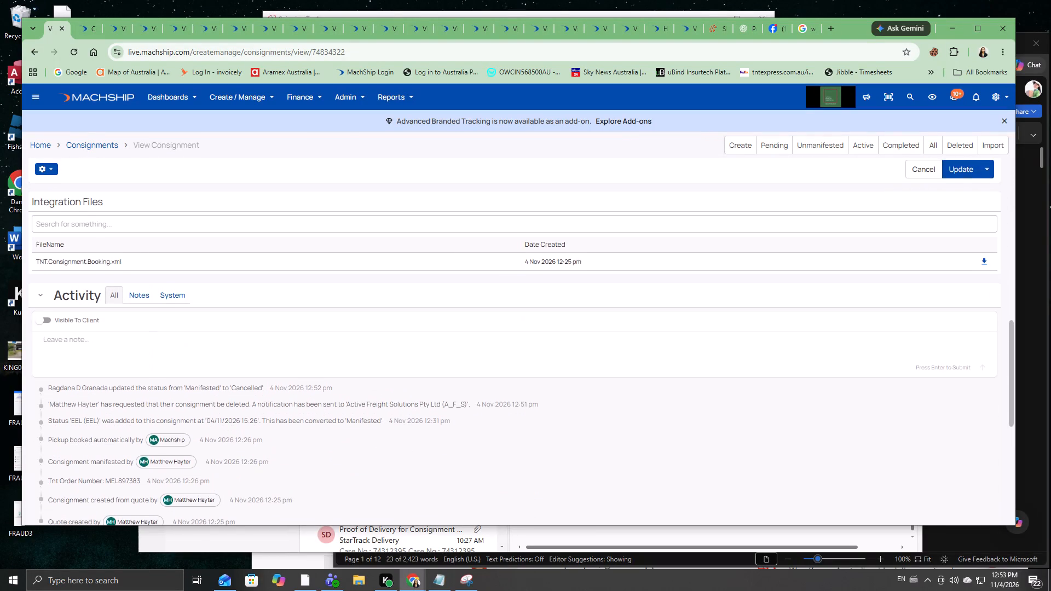
scroll(402, 421, up, 6)
scroll(402, 420, down, 9)
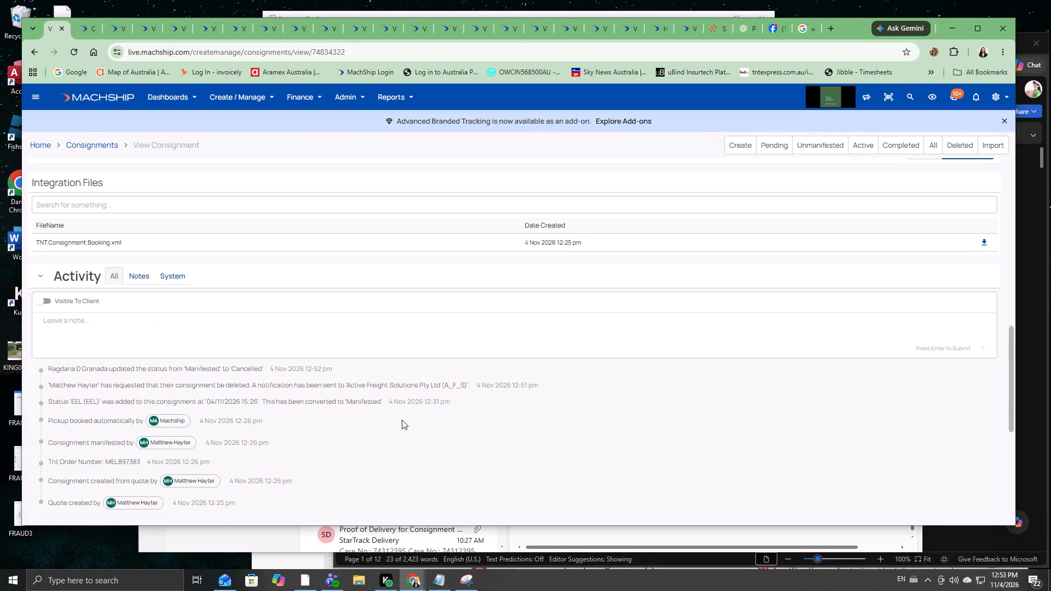
scroll(402, 420, down, 2)
scroll(396, 427, up, 6)
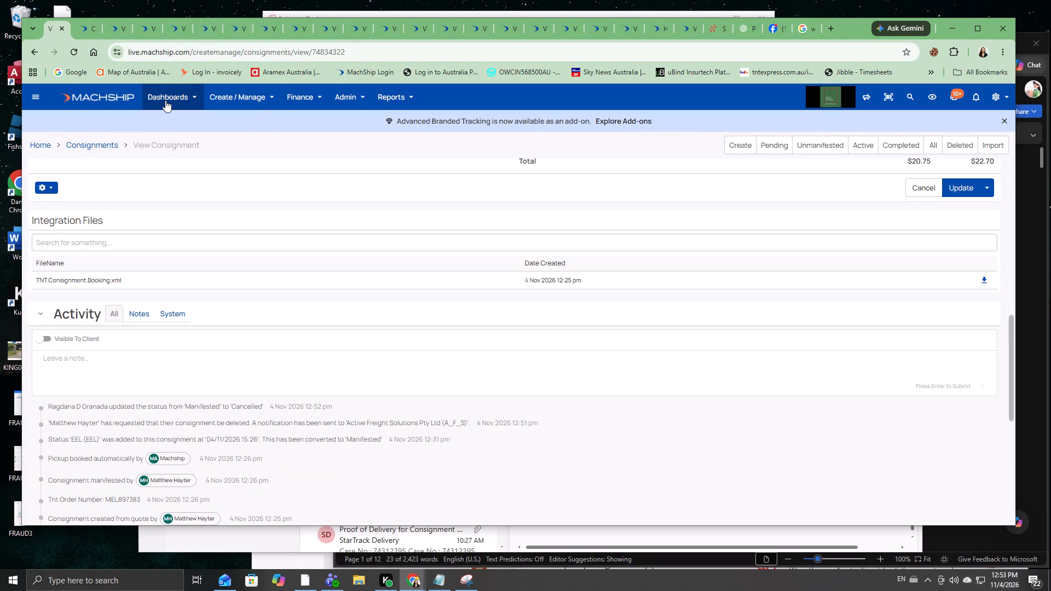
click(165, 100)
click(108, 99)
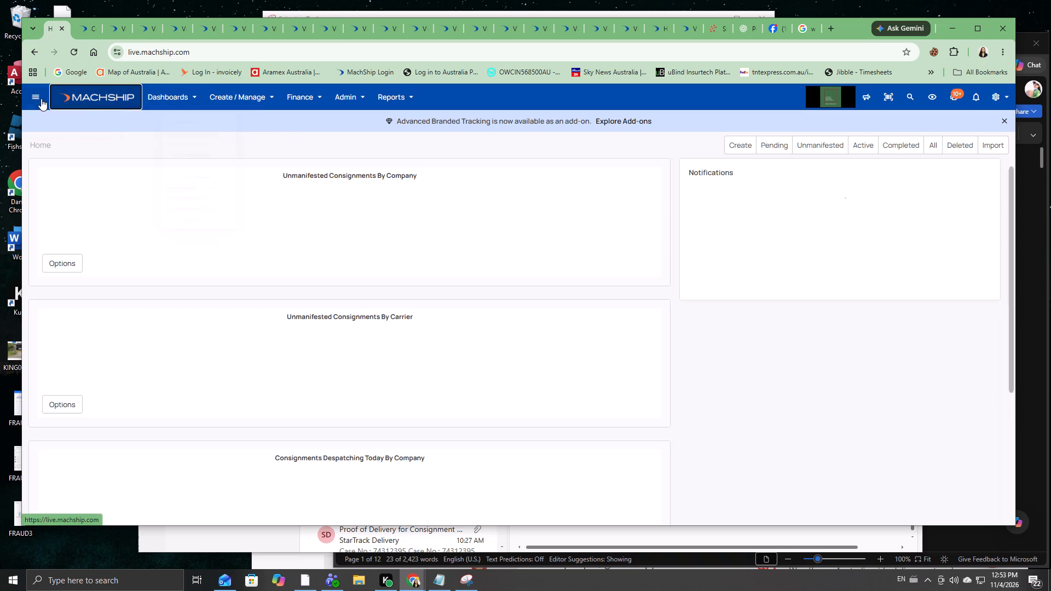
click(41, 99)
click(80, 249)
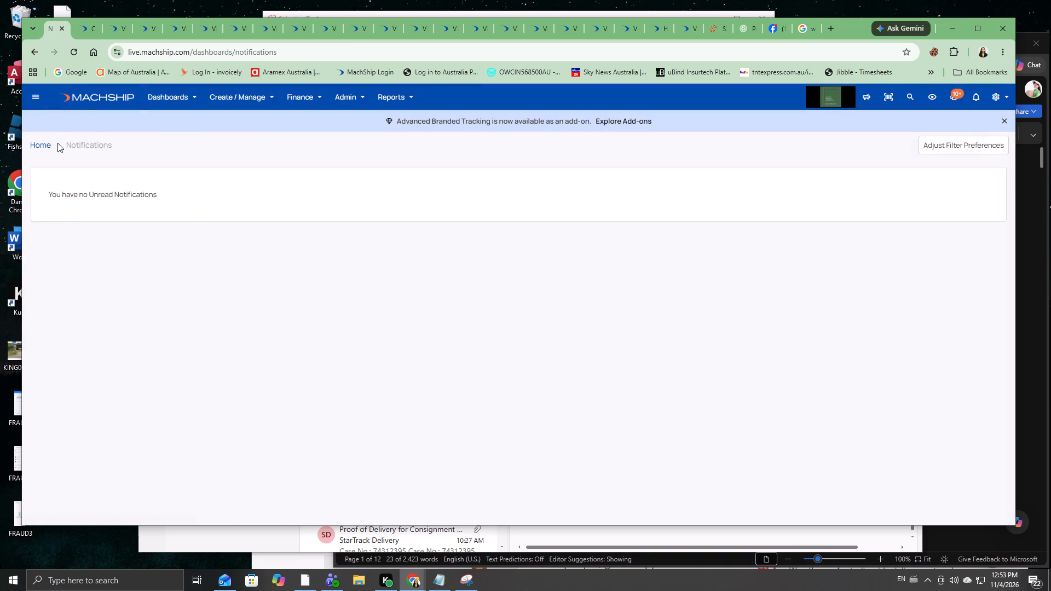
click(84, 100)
Open the Consignment Status dashboard in place of the cancelled consignment's page.
click(37, 95)
click(95, 244)
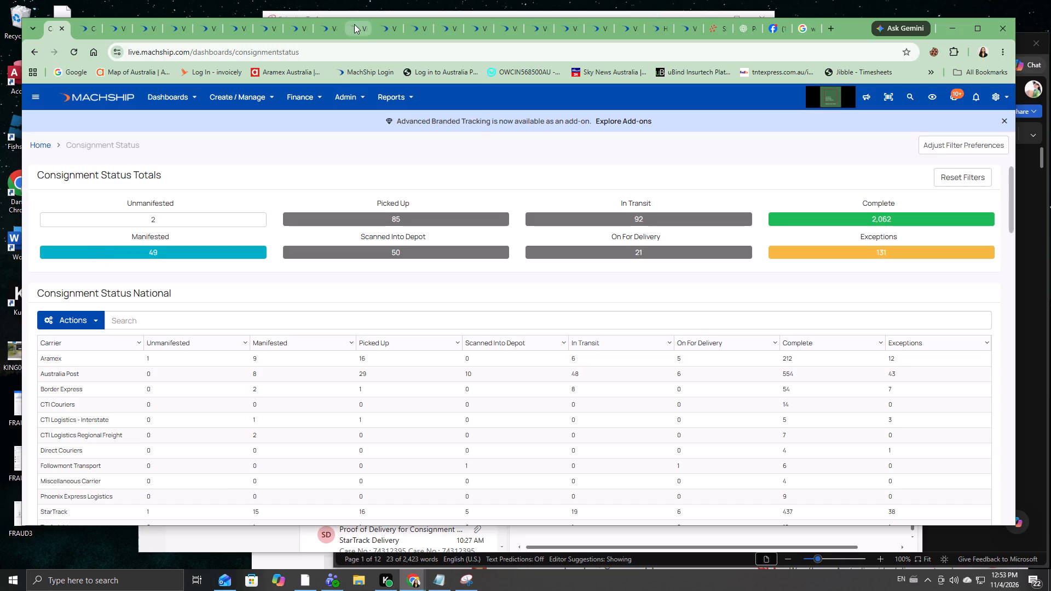
Switch to the duplicate Consignment Status page and close it, keeping the newly opened dashboard.
click(87, 32)
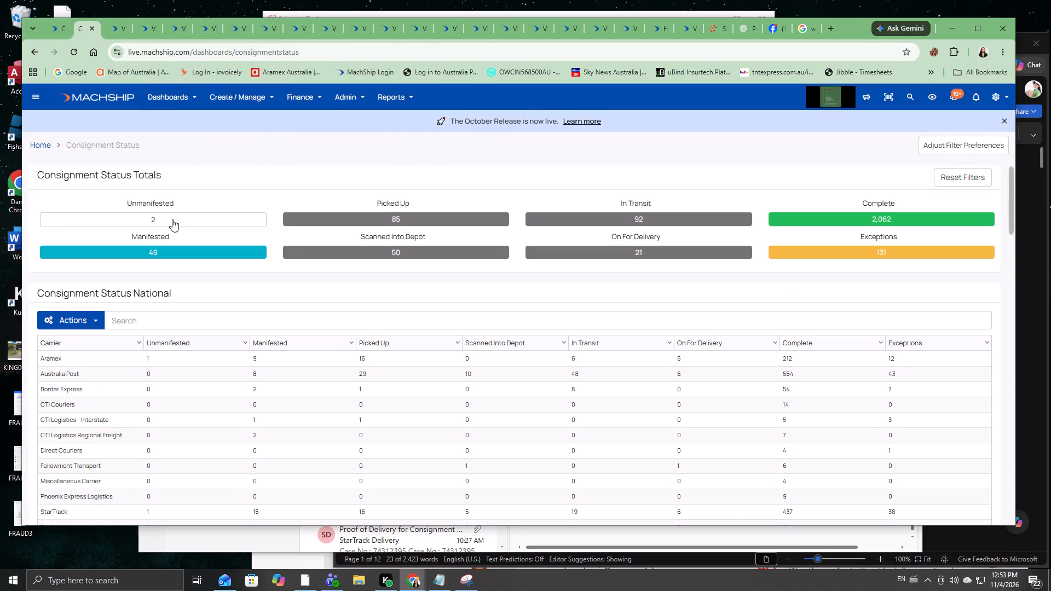
scroll(181, 225, up, 5)
click(90, 30)
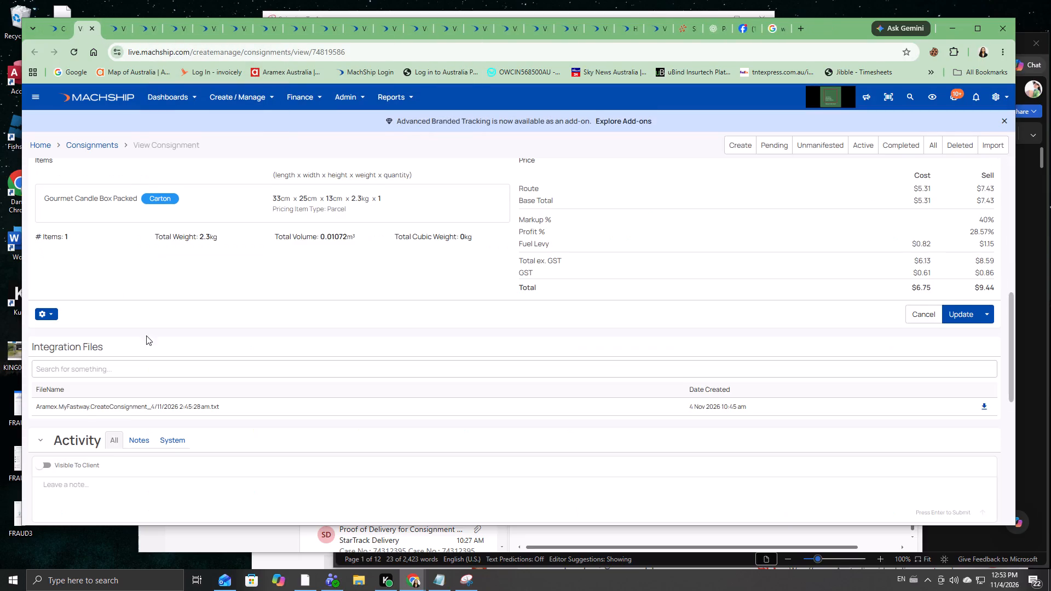
scroll(158, 319, up, 20)
scroll(158, 319, up, 7)
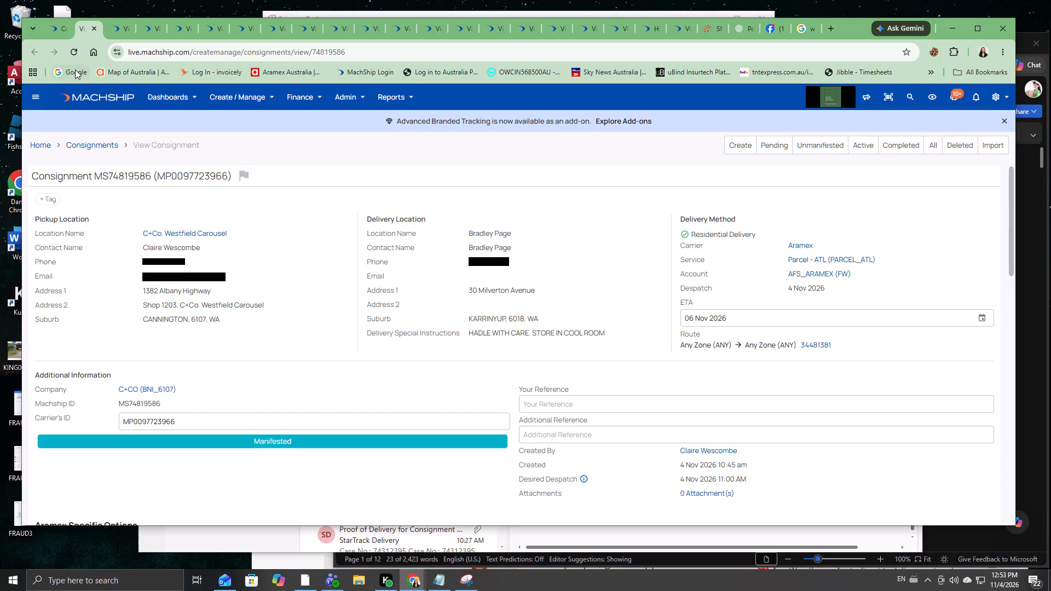
click(70, 60)
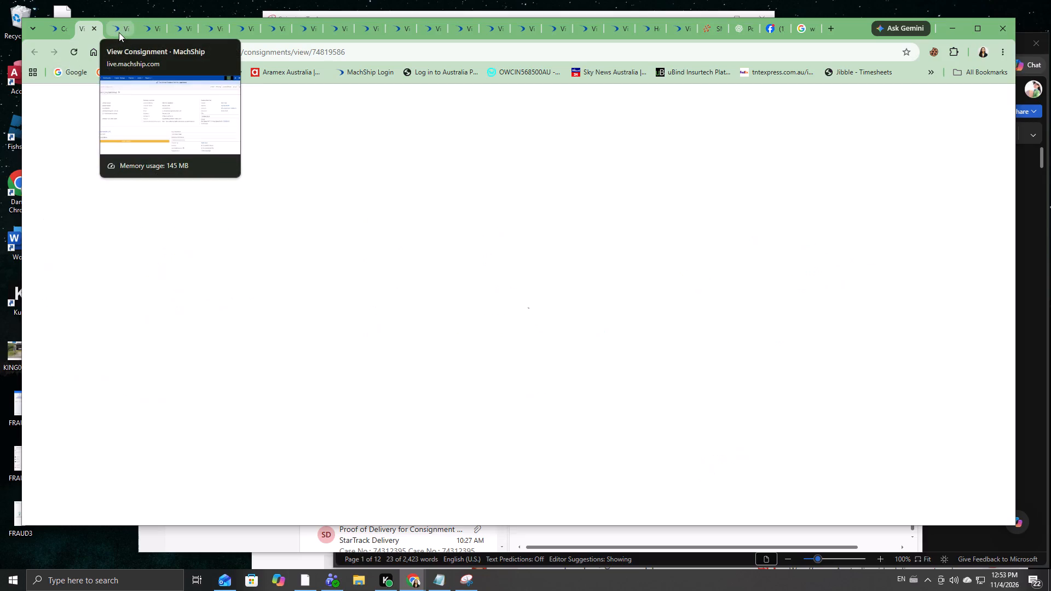
click(96, 30)
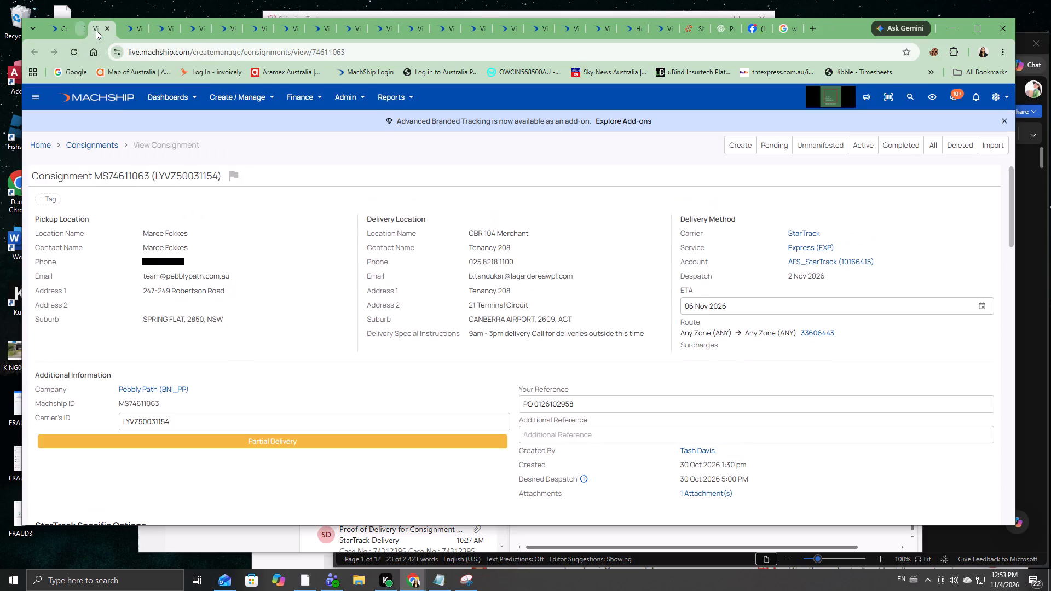
double_click(79, 54)
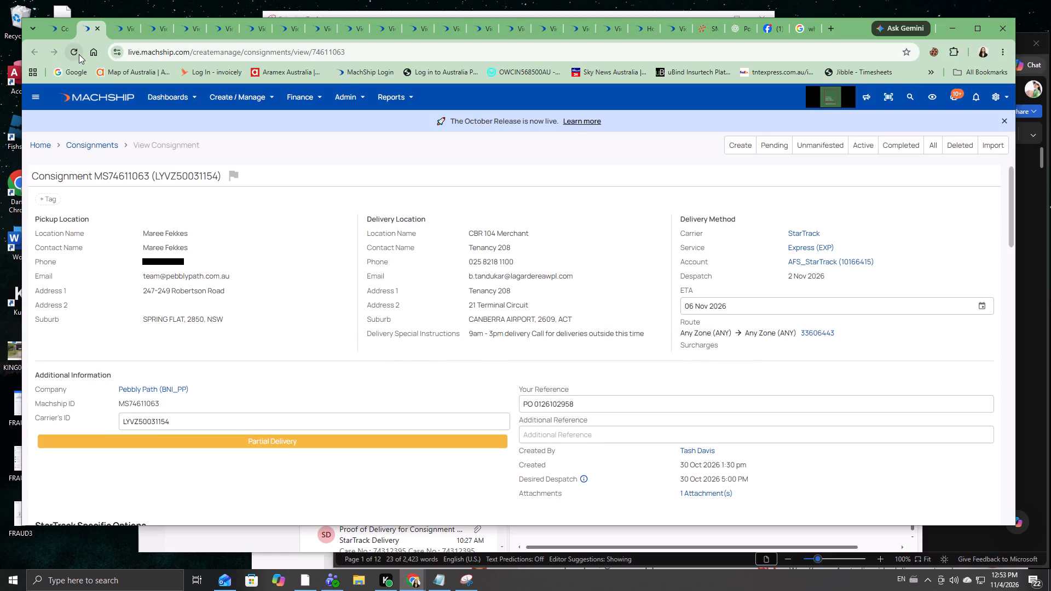
scroll(239, 303, down, 20)
scroll(239, 303, down, 1)
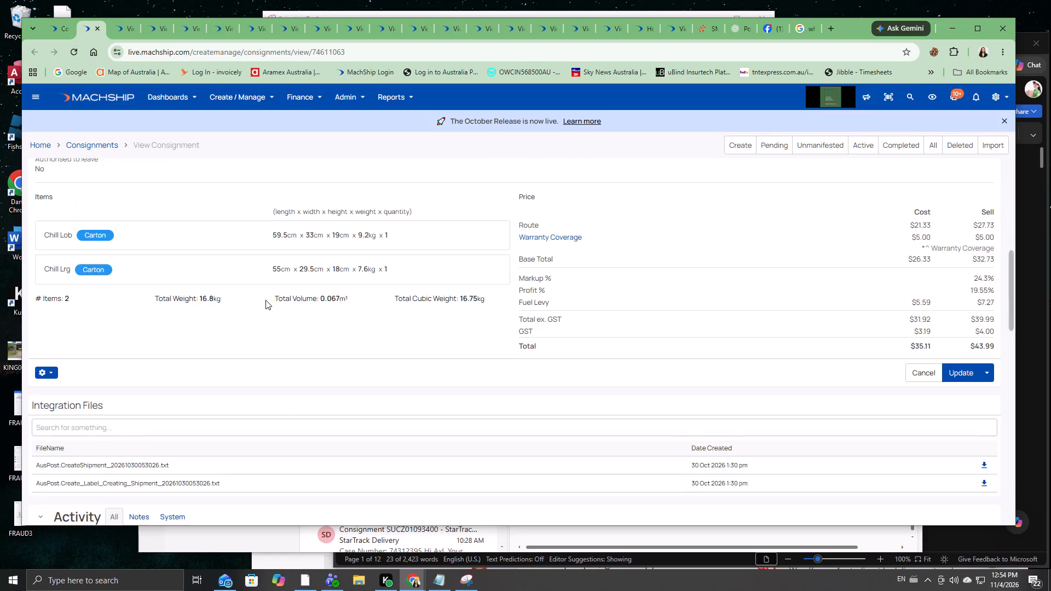
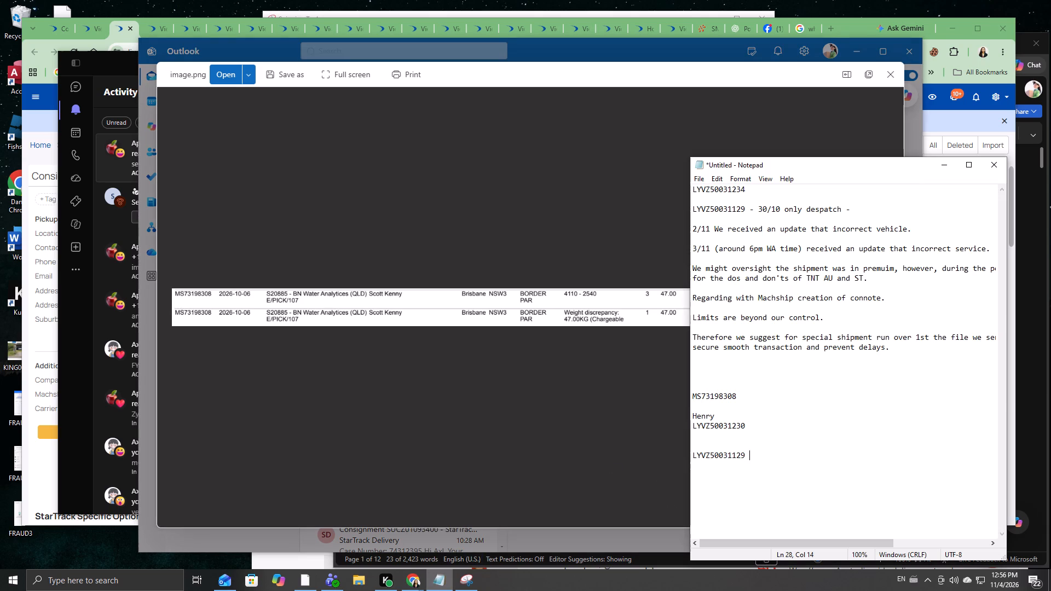
key(Return)
key(Return)
key(Return)
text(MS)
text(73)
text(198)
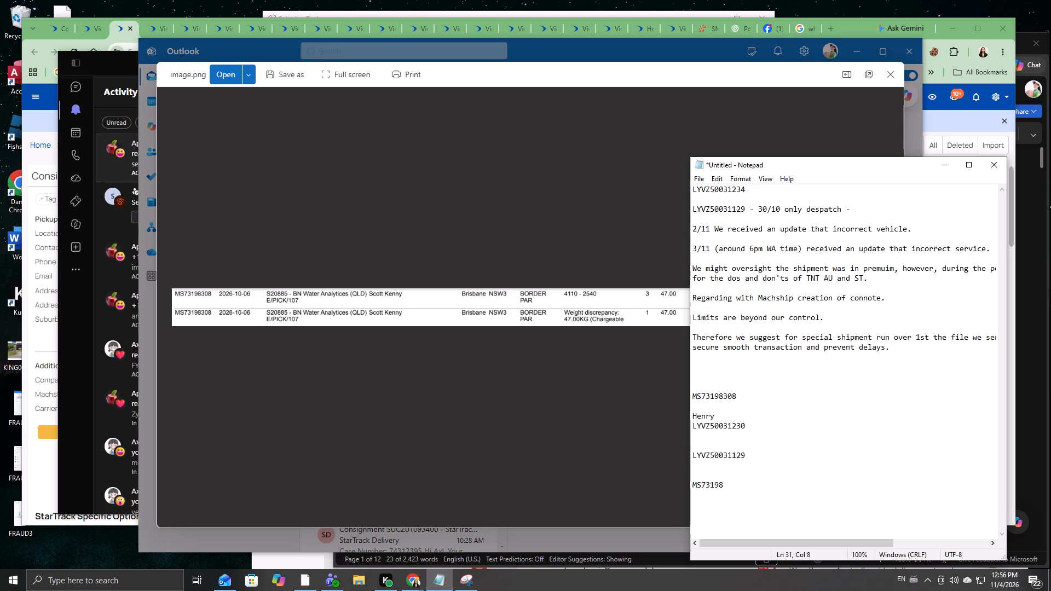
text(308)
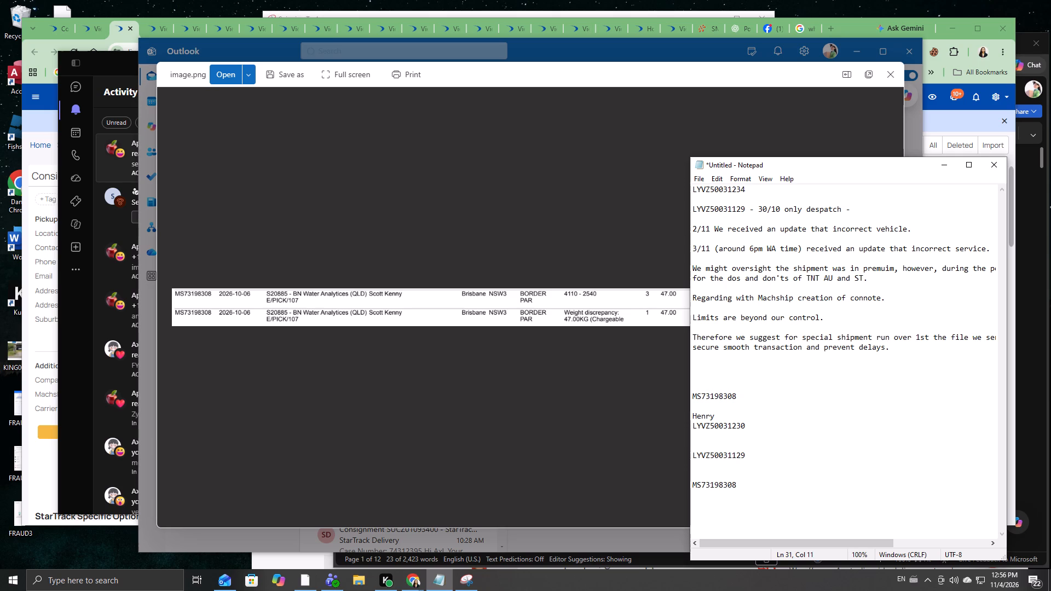
double_click(723, 480)
key(ctrl+c)
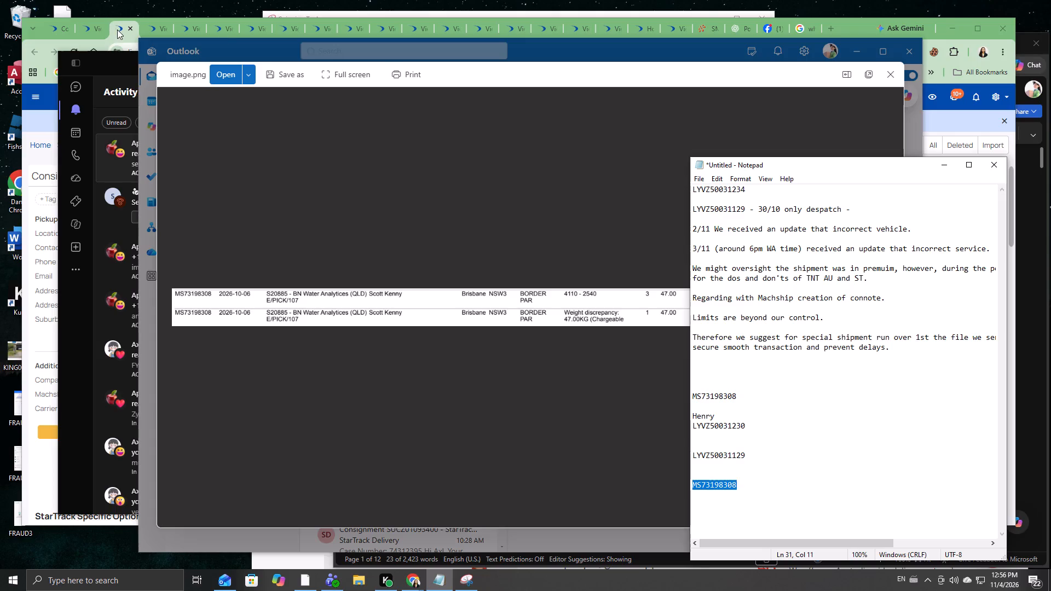
click(117, 30)
click(908, 97)
key(ctrl+v)
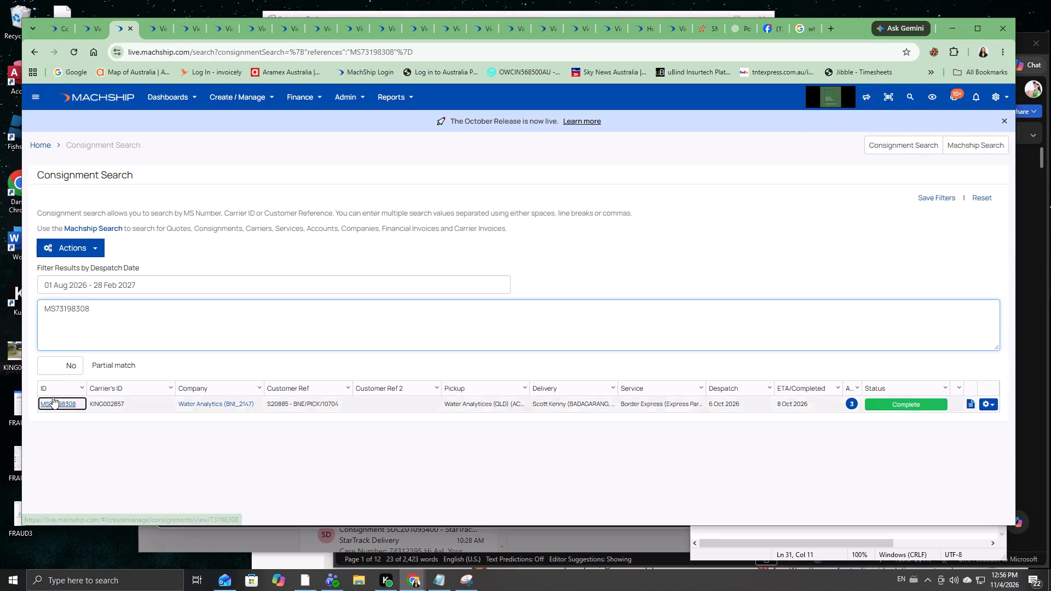
click(53, 397)
drag(216, 176, 147, 177)
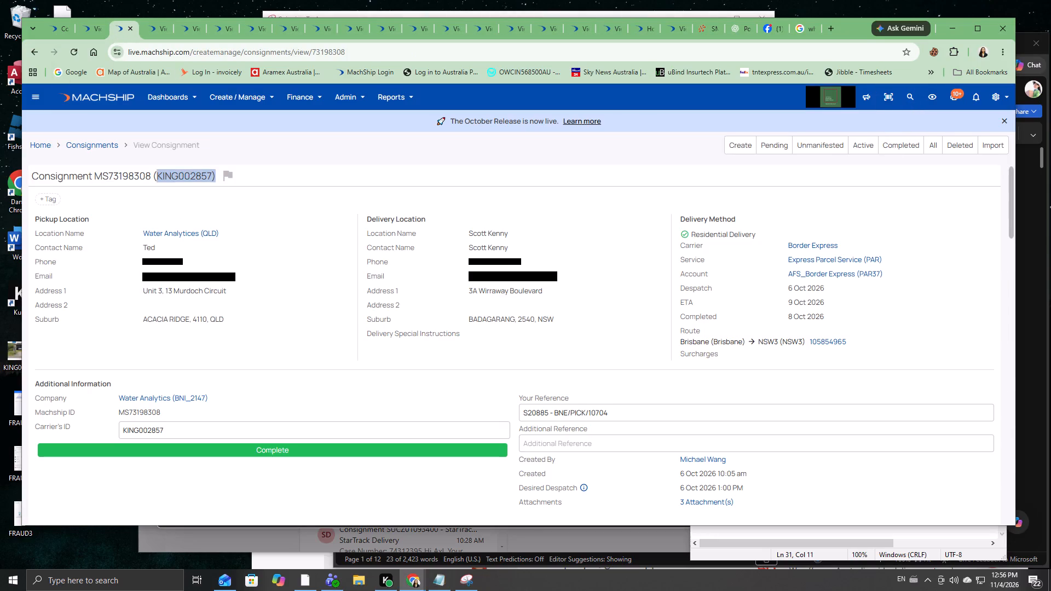
drag(147, 177, 33, 175)
key(ctrl+c)
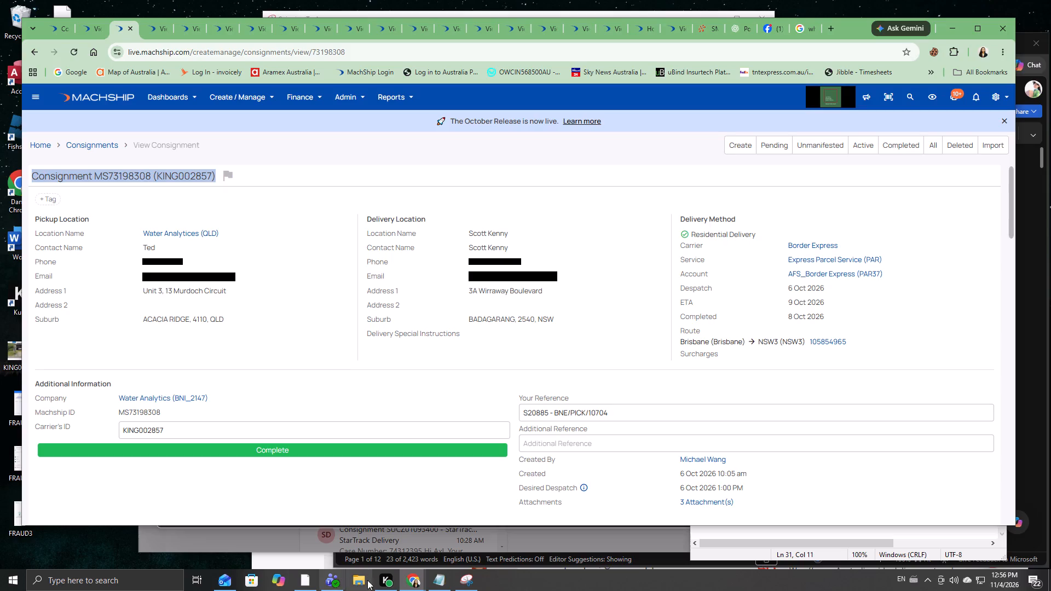
click(438, 576)
click(755, 486)
key(Return)
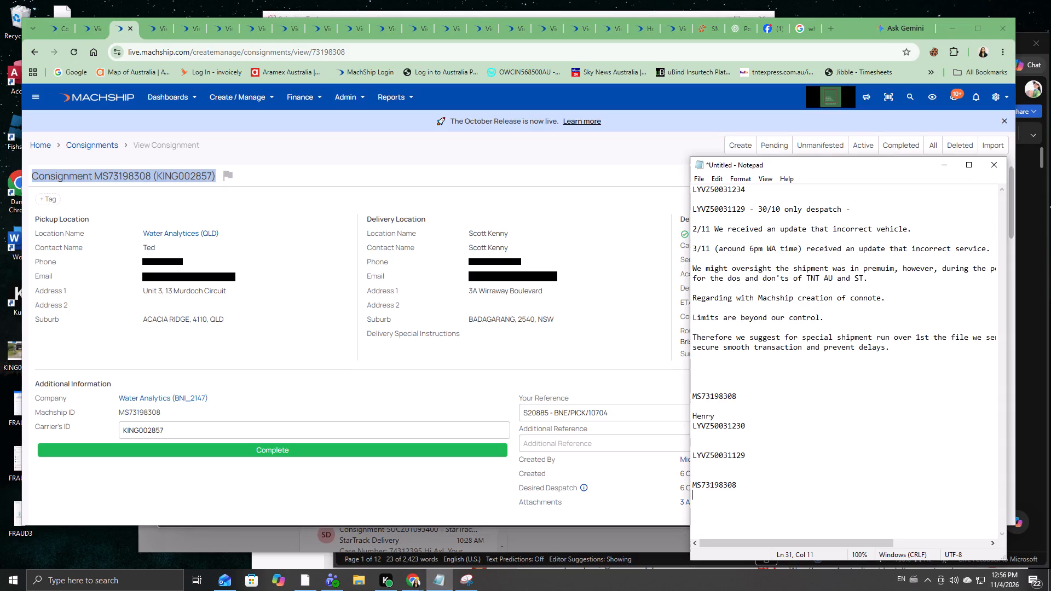
key(Return)
key(ctrl+v)
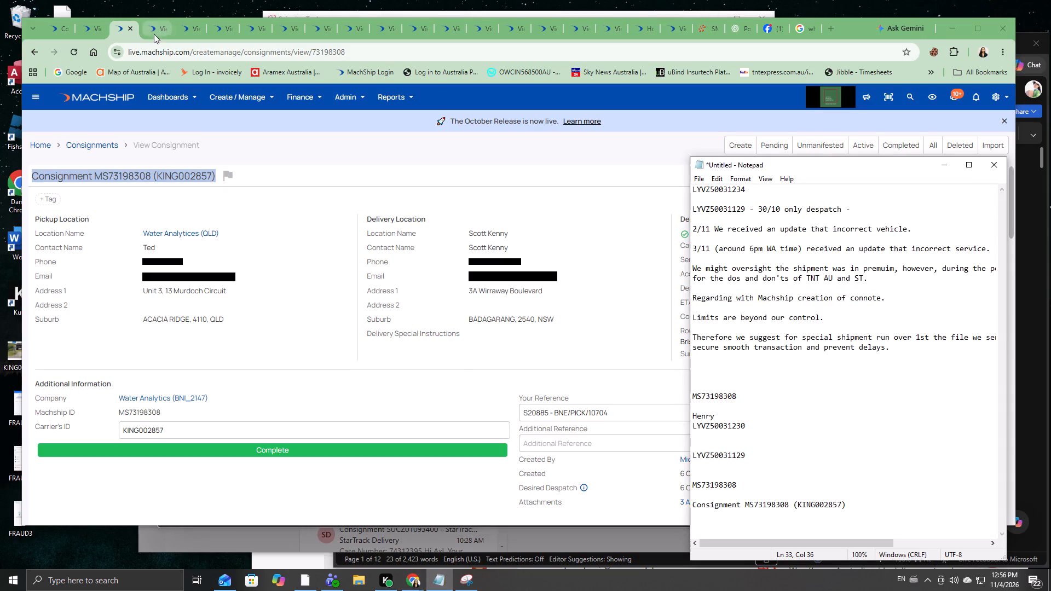
click(122, 28)
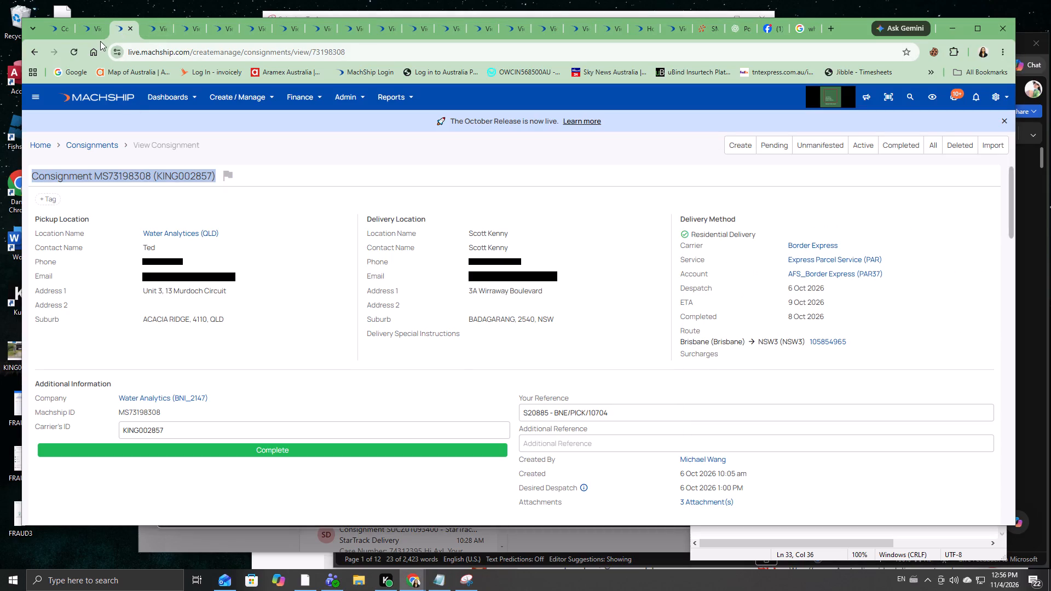
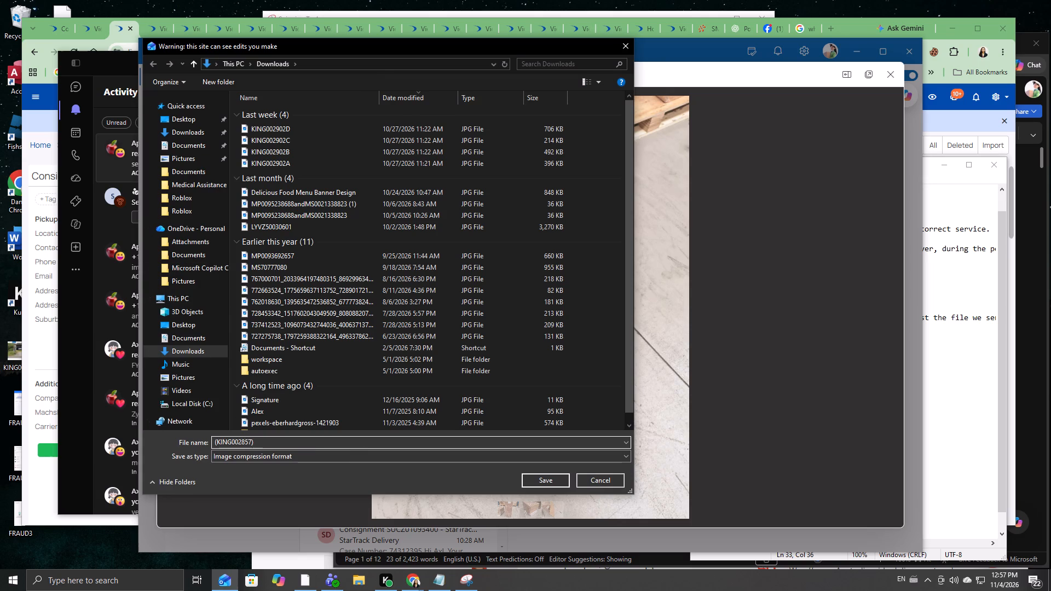
Set the file name of the photo being saved to Downloads as KING002857A, without the brackets.
key(BackSpace)
click(218, 441)
key(BackSpace)
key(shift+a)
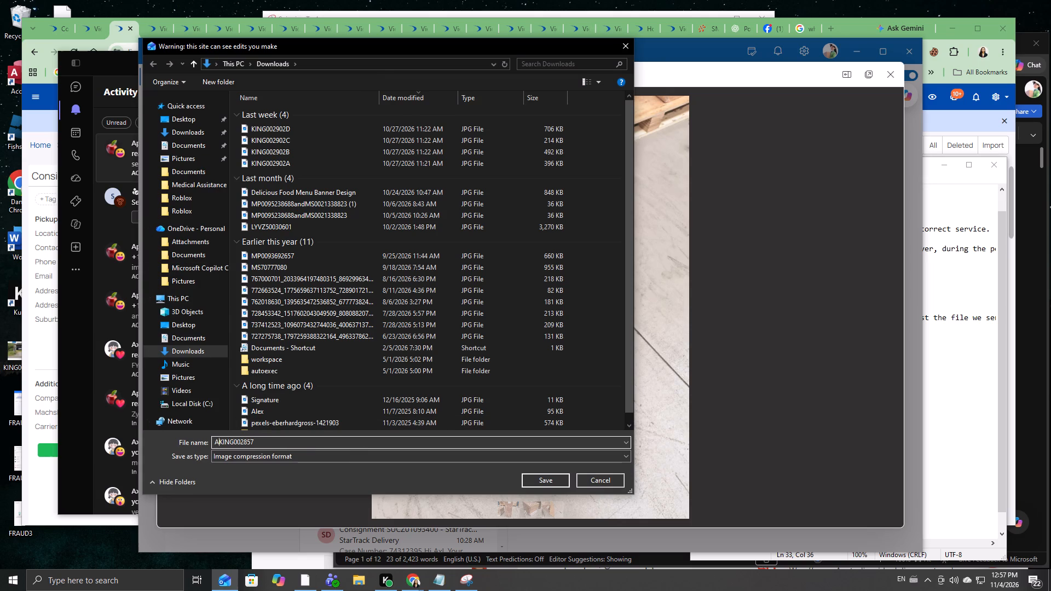
key(BackSpace)
click(261, 439)
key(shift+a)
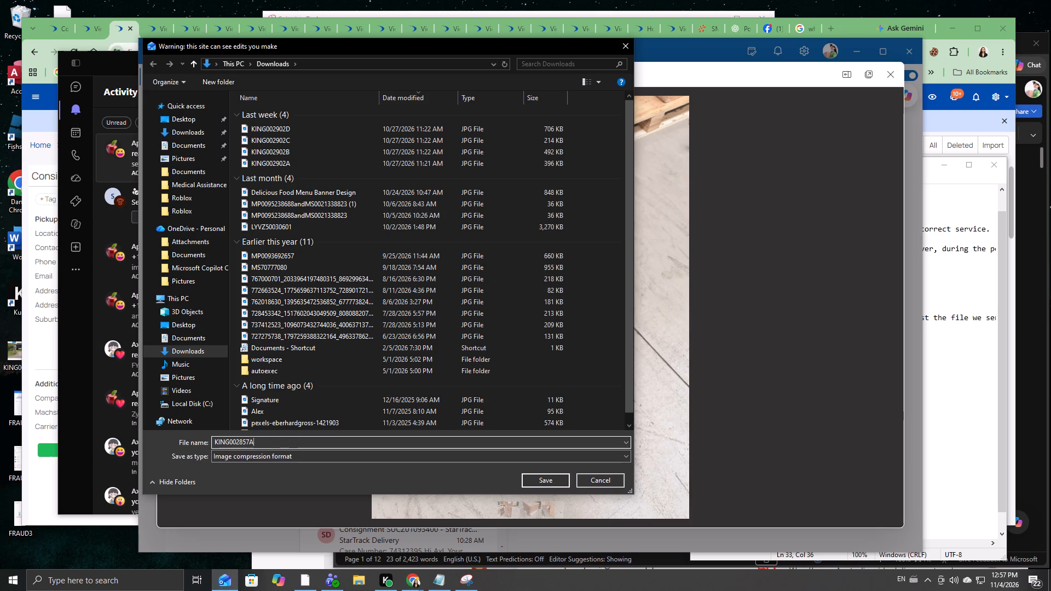
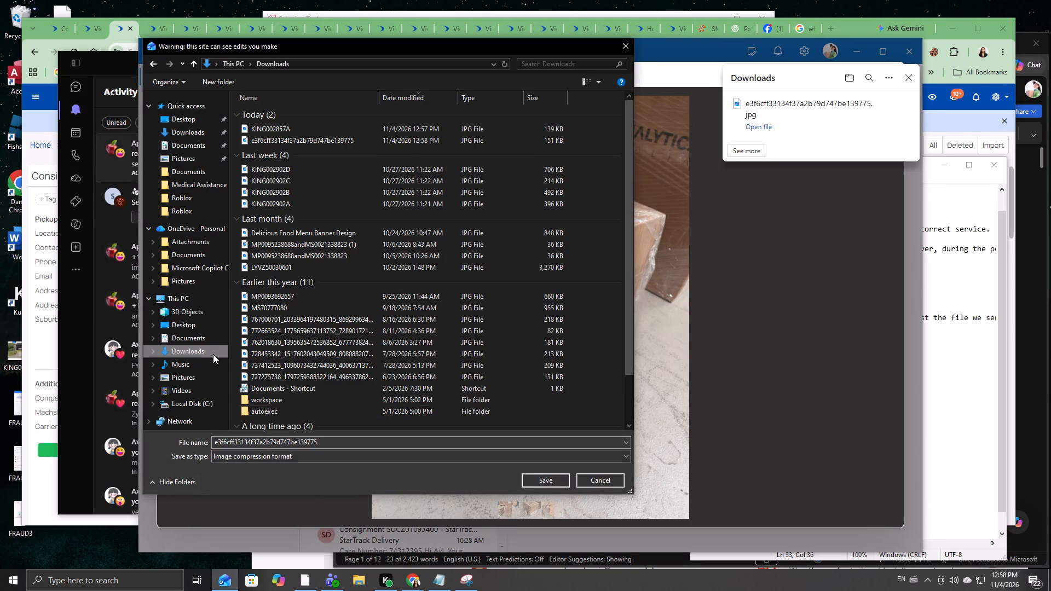
Replace the suggested file name with KING002857A for the emailed photo being saved in Downloads.
click(330, 447)
key(ctrl+v)
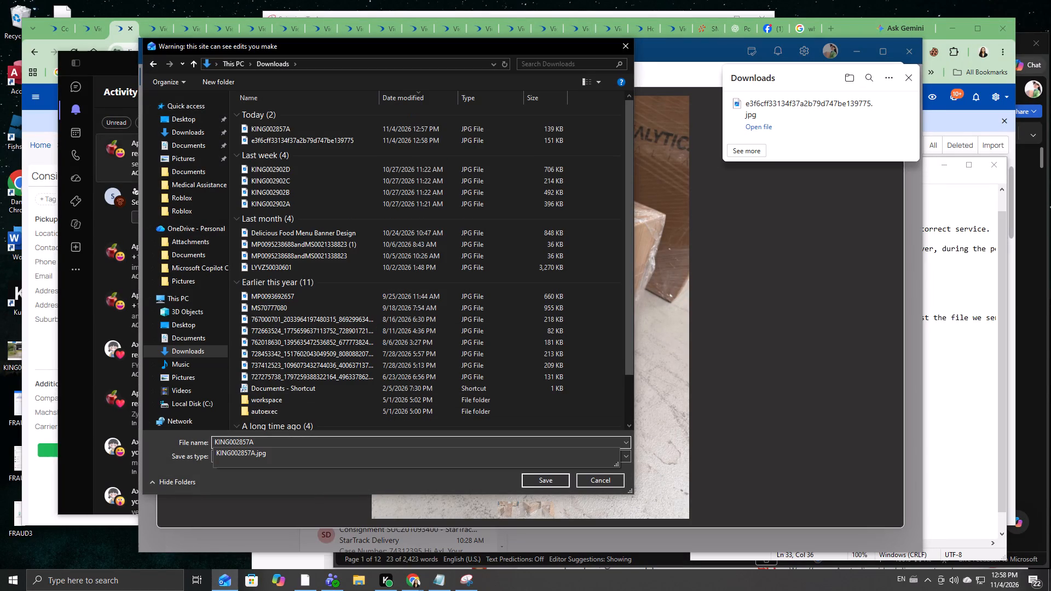
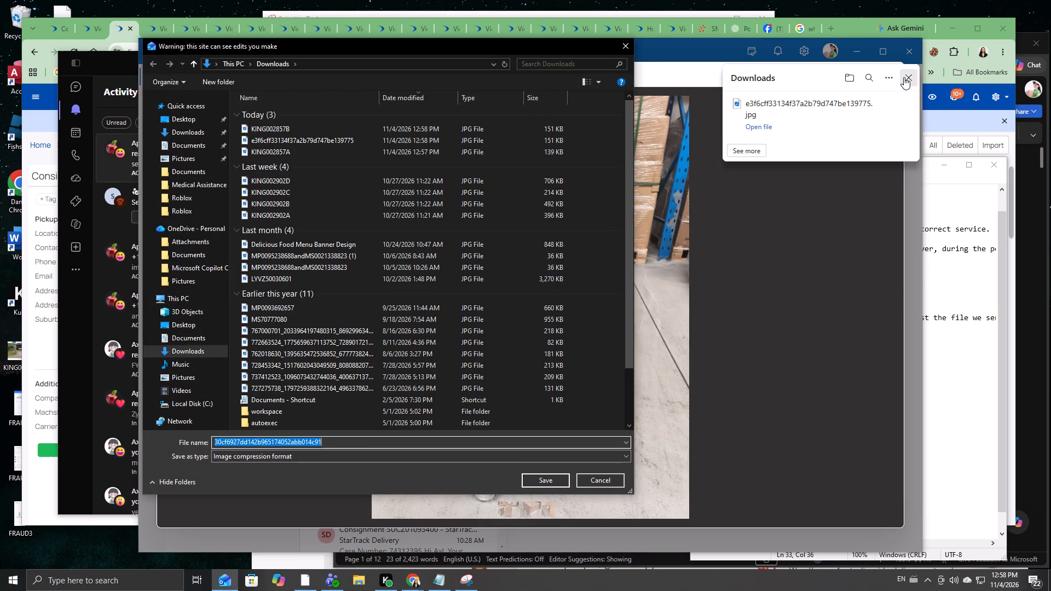
Dismiss the downloads pop-up and save the open emailed photo in Downloads under the file name KING002857C.
click(908, 79)
key(ctrl+v)
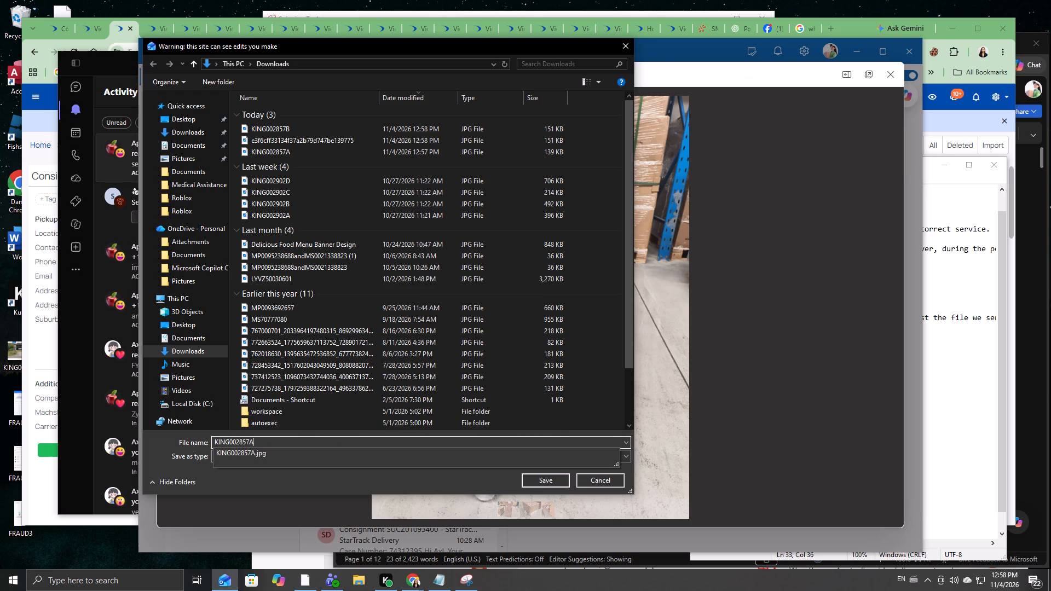
key(BackSpace)
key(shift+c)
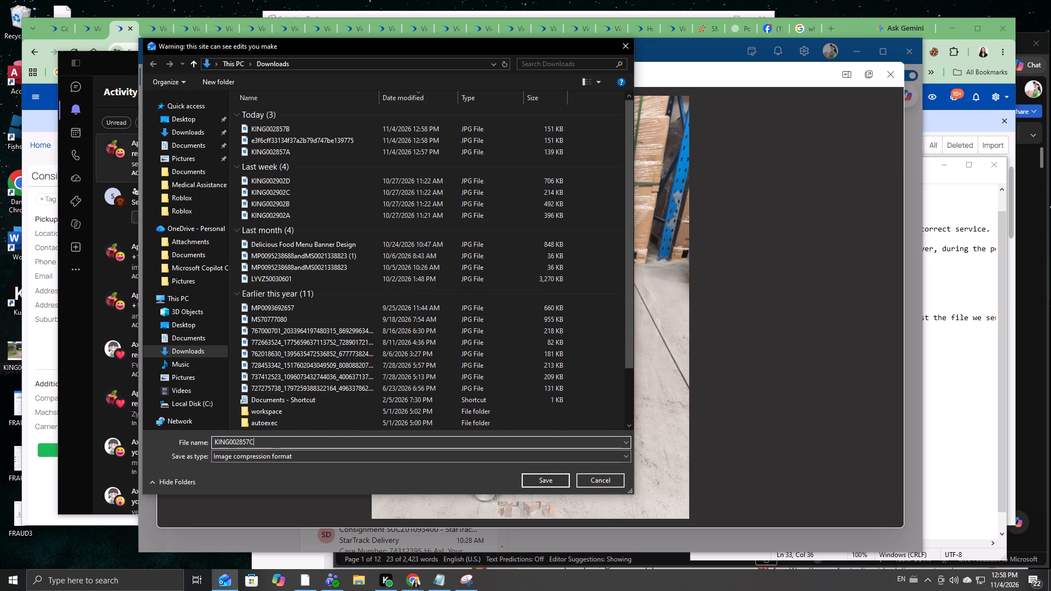
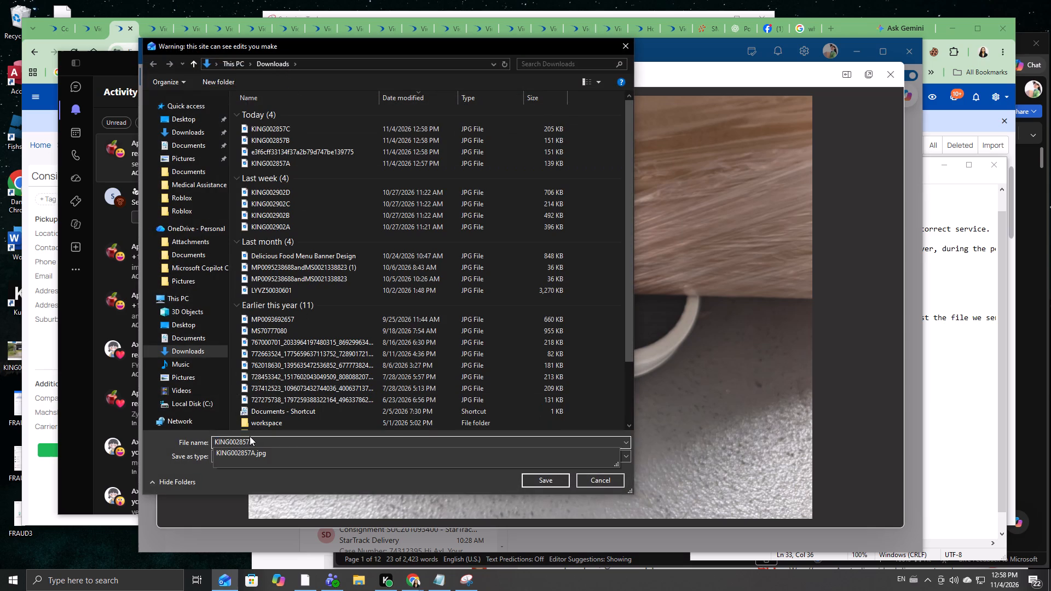
Set the file name of the emailed photo being saved in Downloads to KING002857D.
key(BackSpace)
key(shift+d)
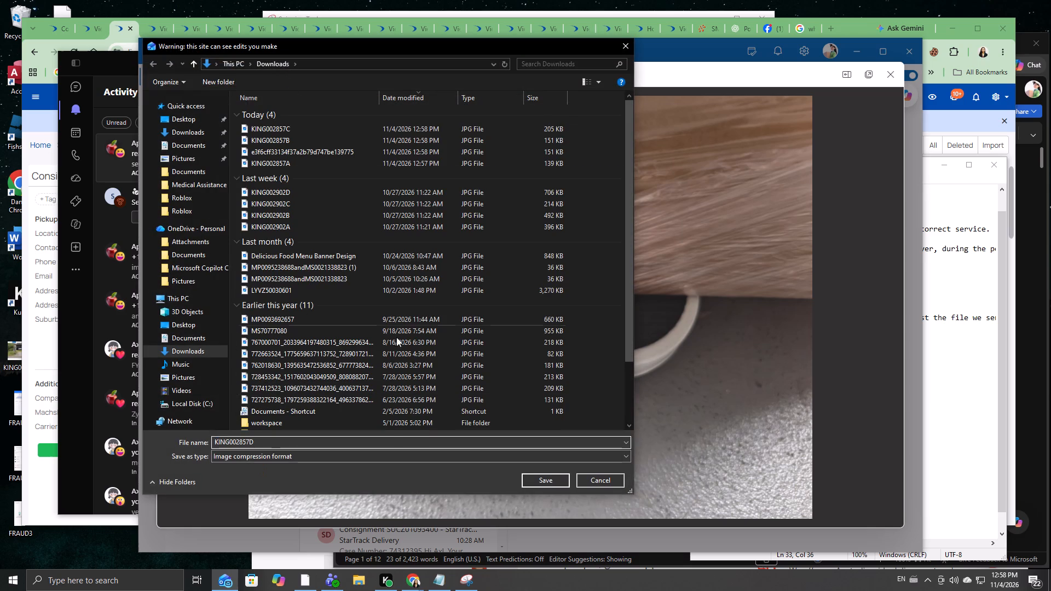
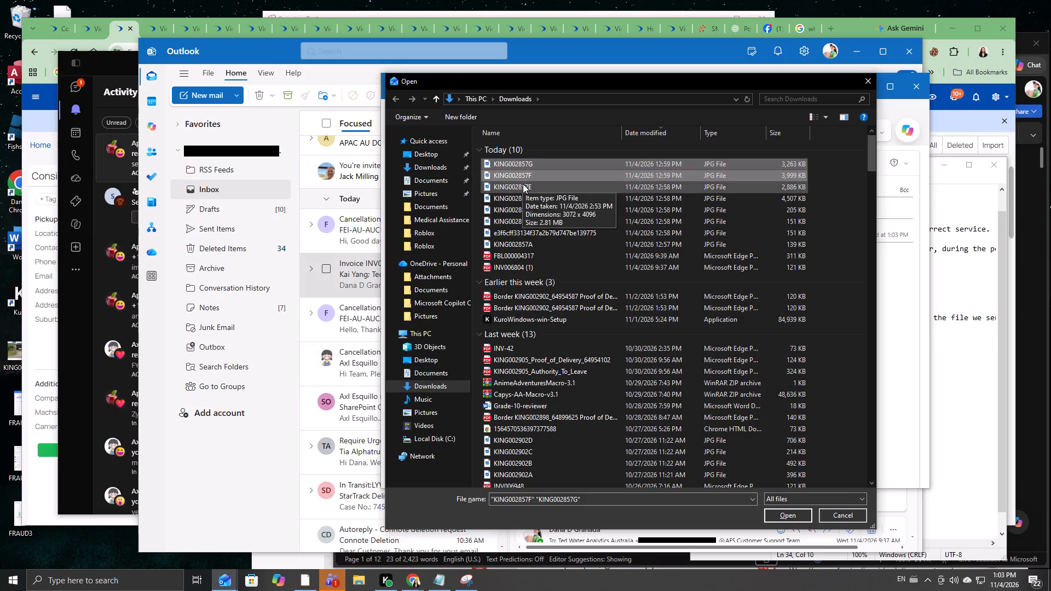
Add photos KING002857E, D, C, B and A to the selected G and F files in Downloads for attaching to the email.
ctrl+alt+click(523, 184)
ctrl+alt+click(520, 199)
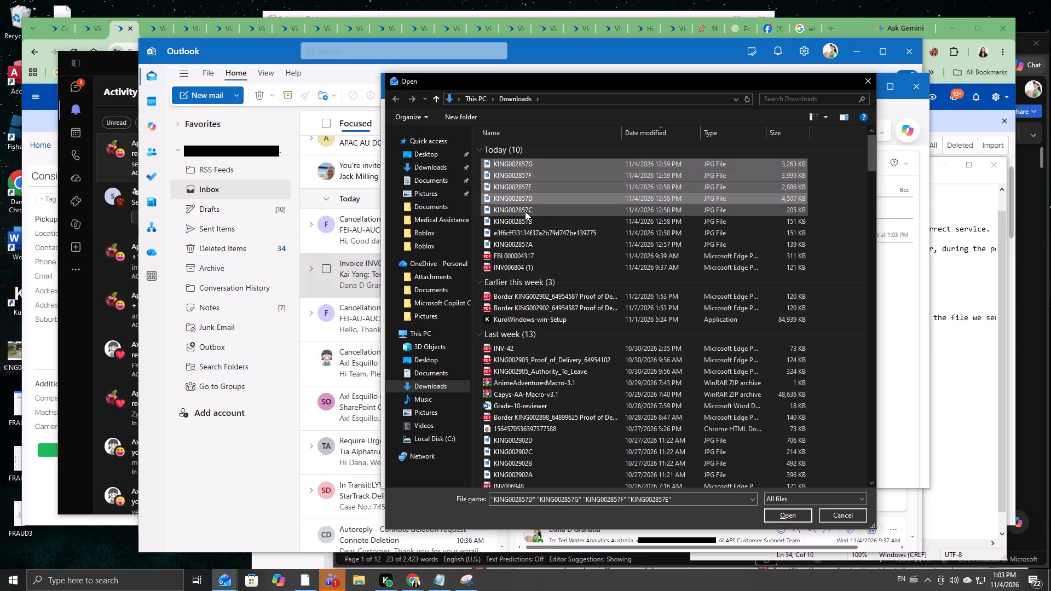
ctrl+alt+click(525, 211)
ctrl+alt+click(525, 221)
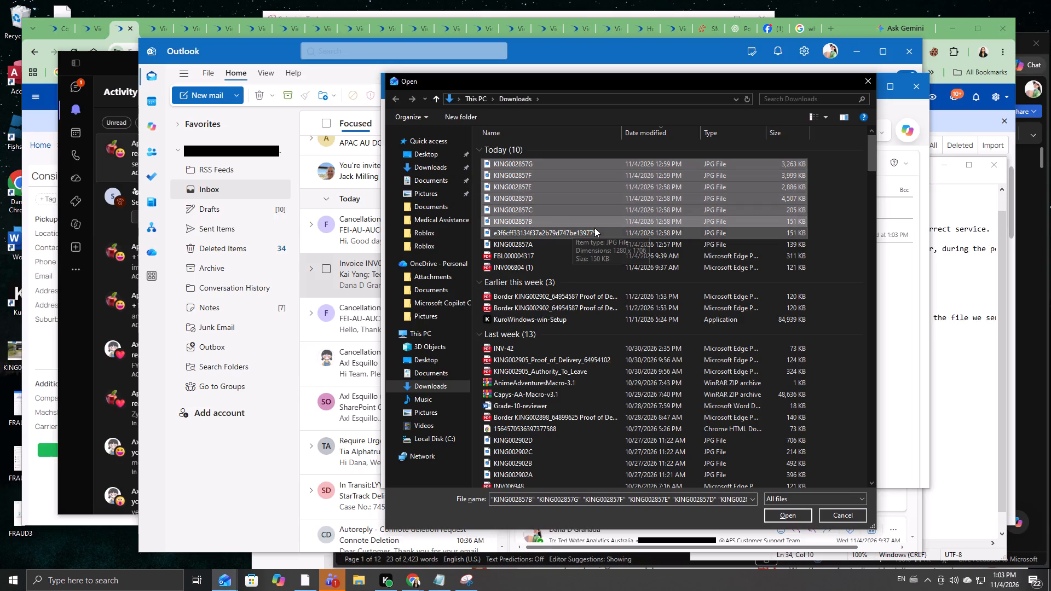
ctrl+alt+click(548, 245)
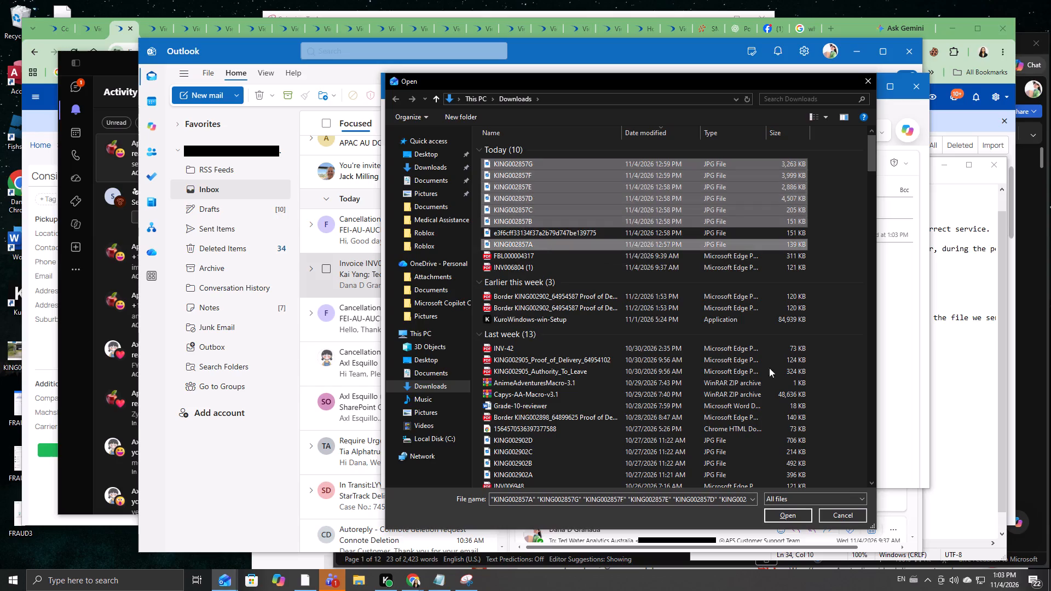
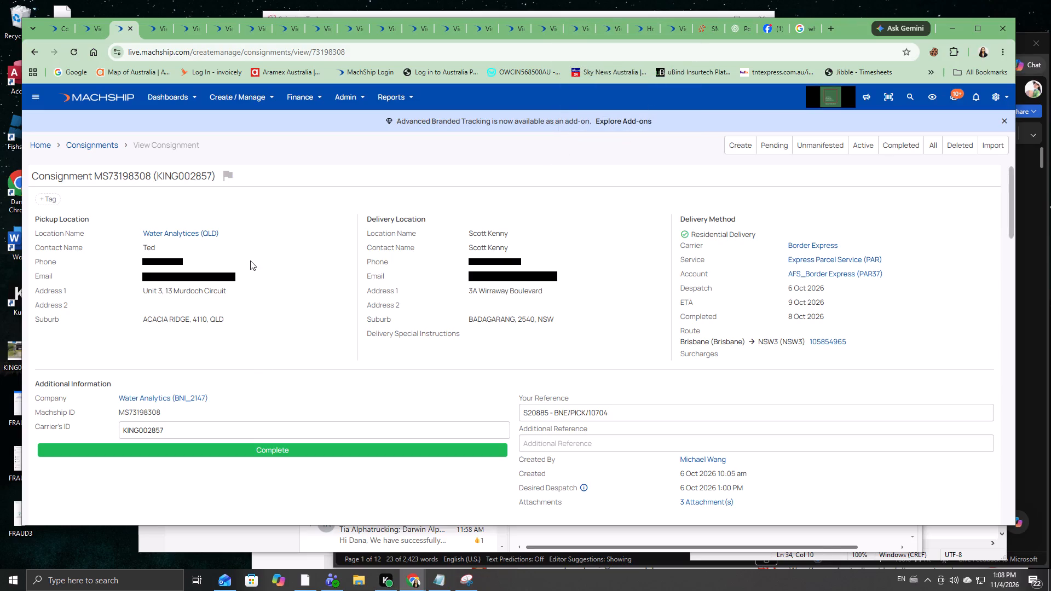
scroll(226, 246, down, 20)
scroll(226, 246, down, 8)
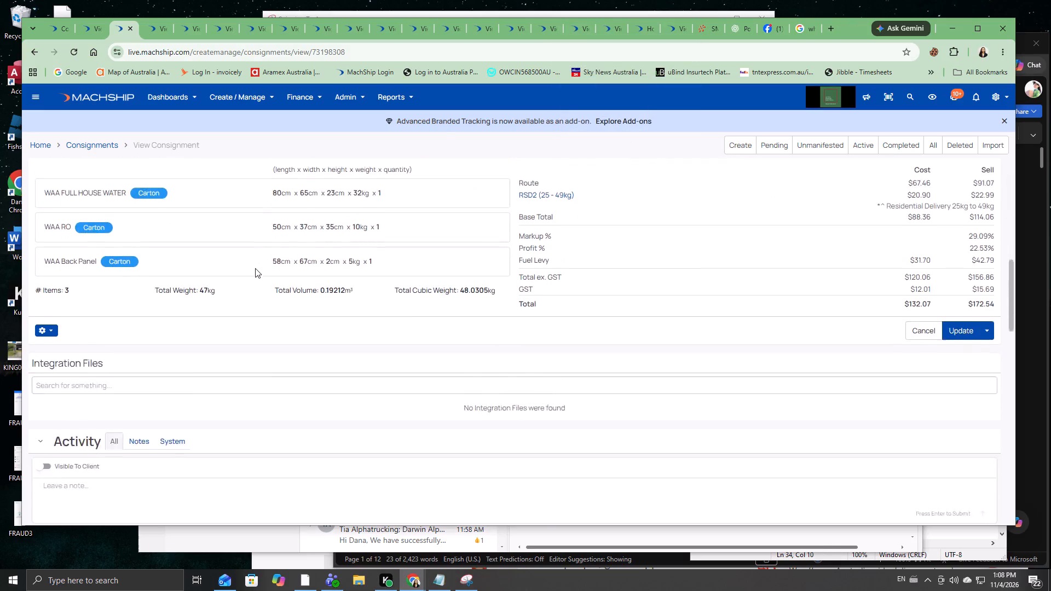
scroll(255, 268, down, 4)
scroll(257, 274, up, 1)
click(113, 412)
click(124, 407)
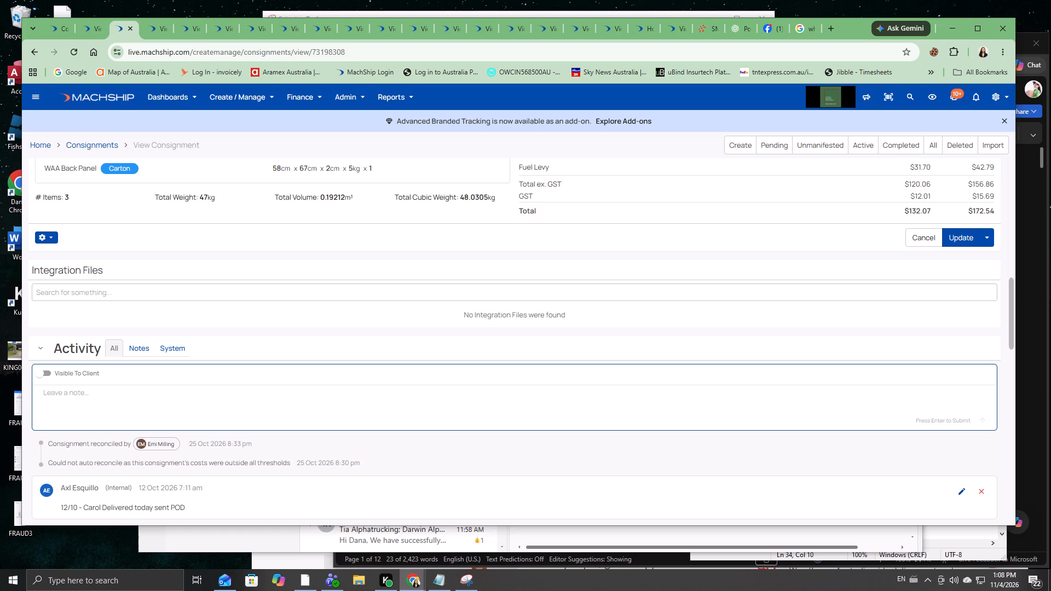
click(124, 407)
text(weight)
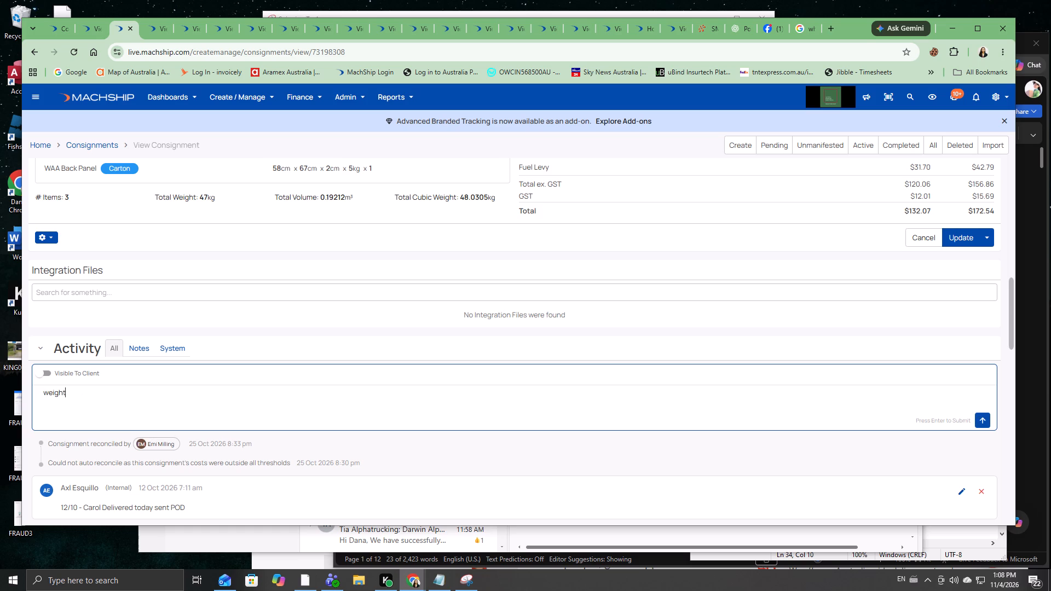
key(BackSpace)
key(BackSpace)
key(BackSpace)
key(BackSpace)
key(BackSpace)
key(BackSpace)
key(BackSpace)
key(BackSpace)
key(BackSpace)
key(BackSpace)
key(BackSpace)
key(BackSpace)
key(BackSpace)
key(BackSpace)
key(BackSpace)
key(BackSpace)
key(BackSpace)
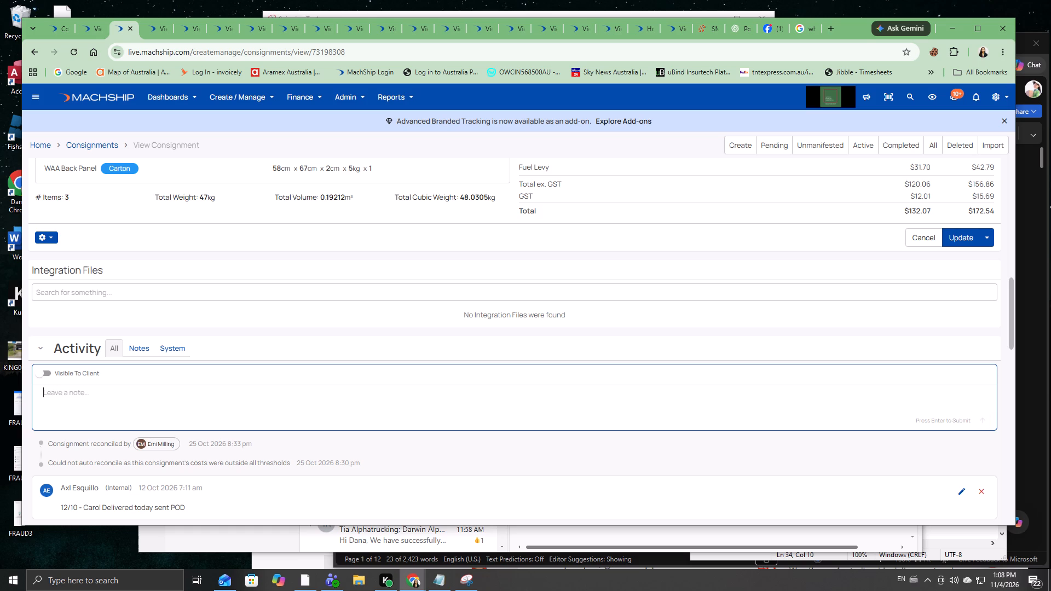
text(4/11)
key(space)
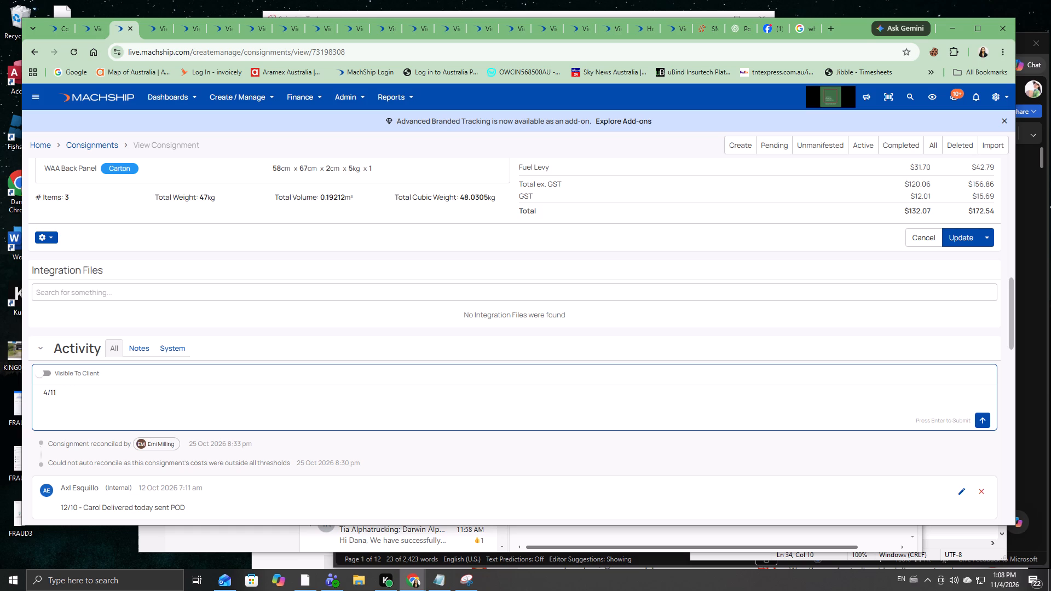
text(weight discrepancy)
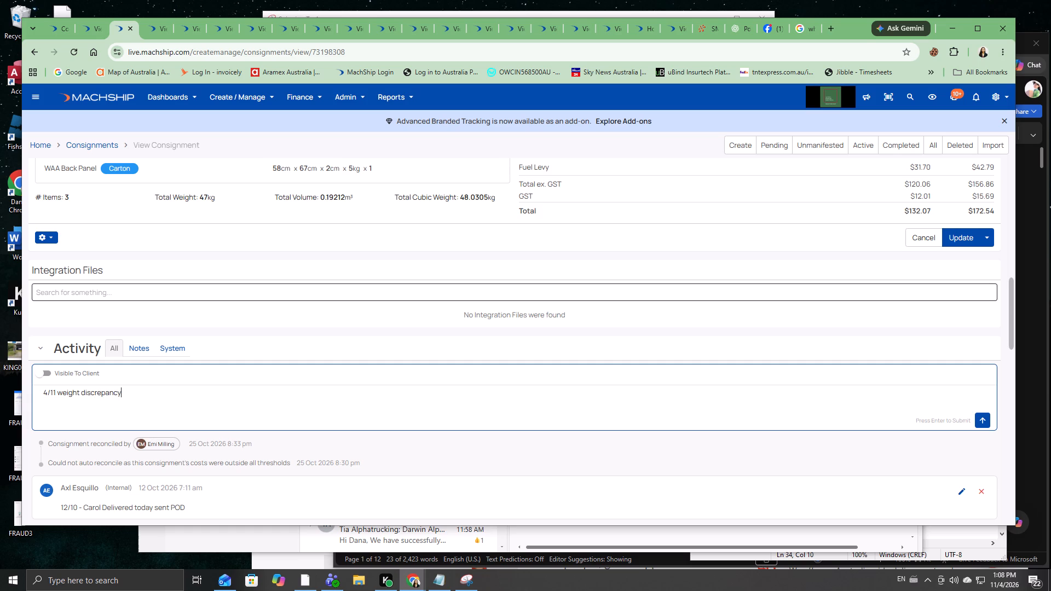
key(space)
text(inform emi)
key(space)
text(- with po)
key(BackSpace)
key(BackSpace)
key(BackSpace)
key(BackSpace)
key(BackSpace)
key(BackSpace)
key(BackSpace)
key(BackSpace)
key(BackSpace)
key(BackSpace)
key(BackSpace)
key(BackSpace)
key(BackSpace)
key(minus)
text(we)
key(BackSpace)
text(ith proof)
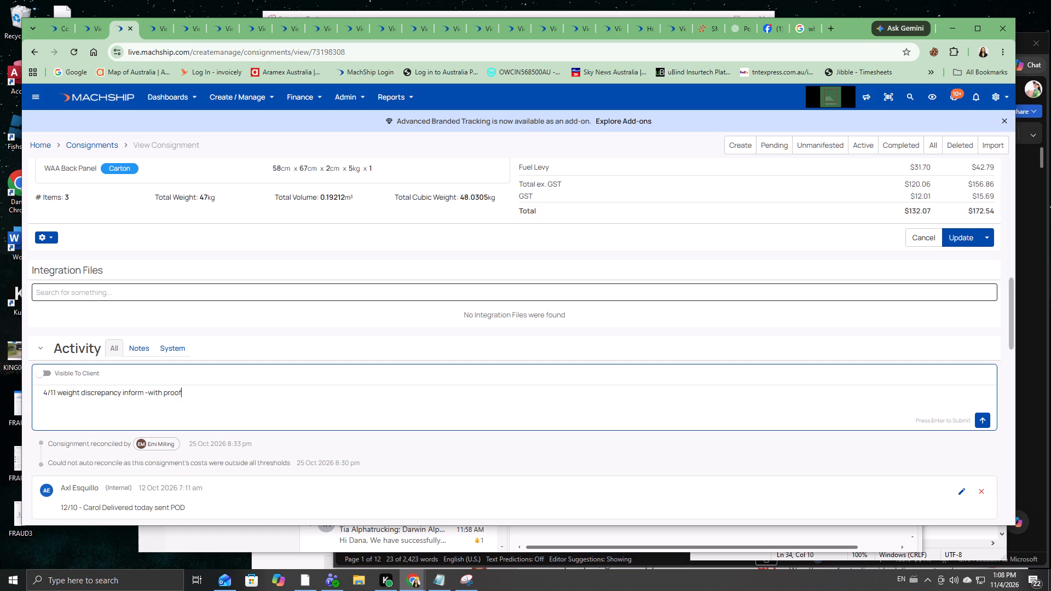
key(space)
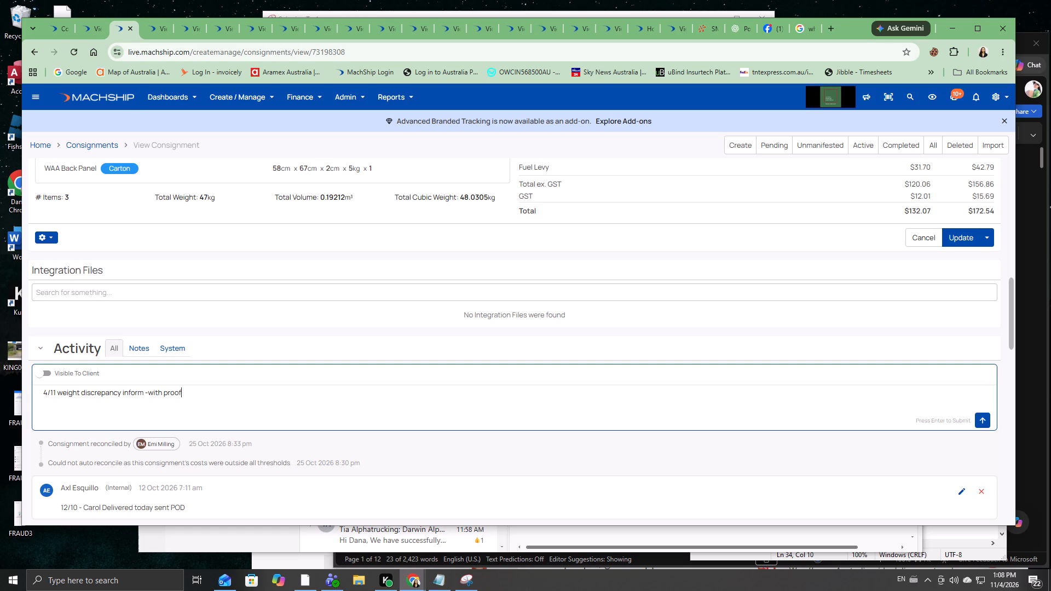
text(via photo)
key(Return)
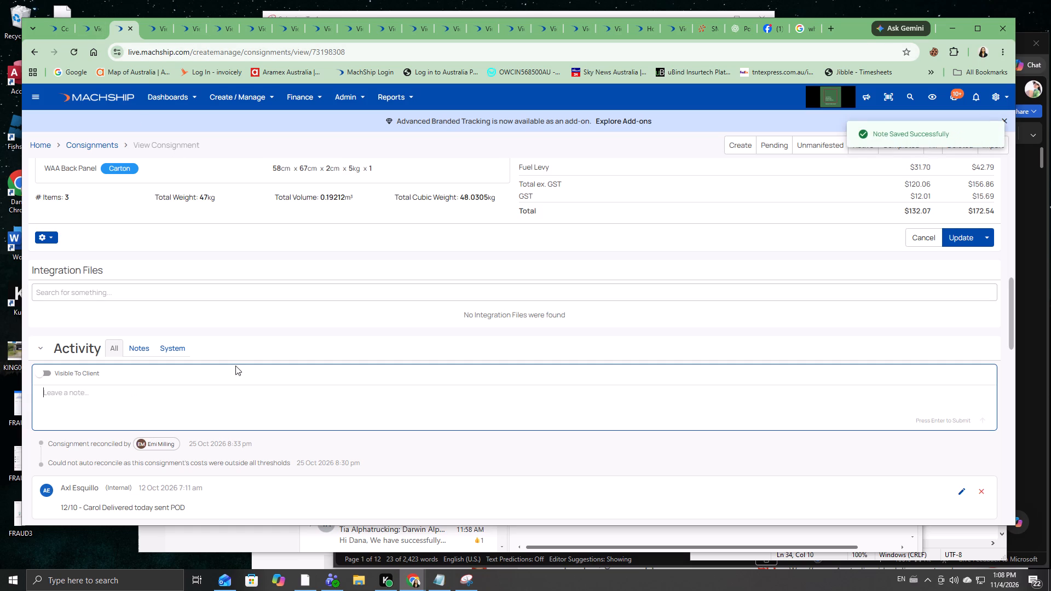